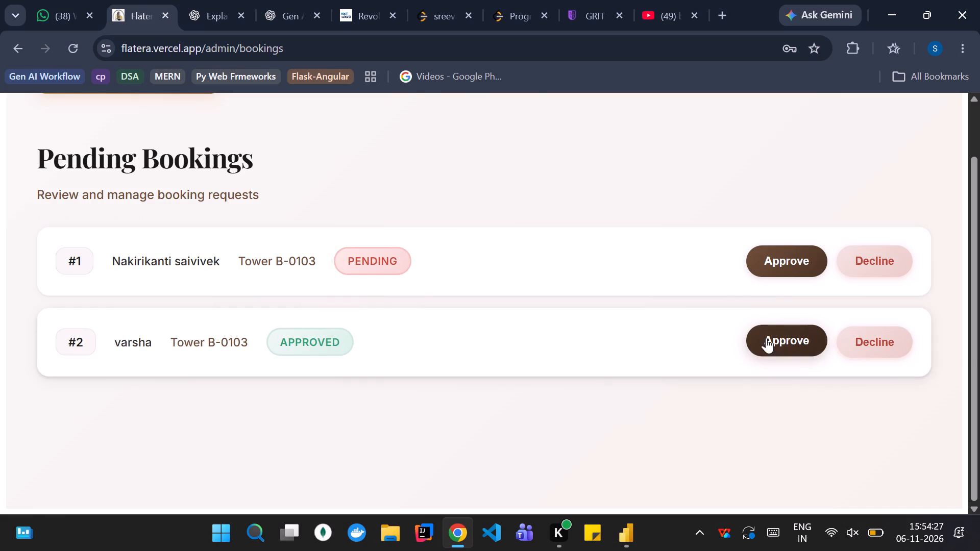
Approve pending booking request #1 for Tower B-0103.
click(763, 263)
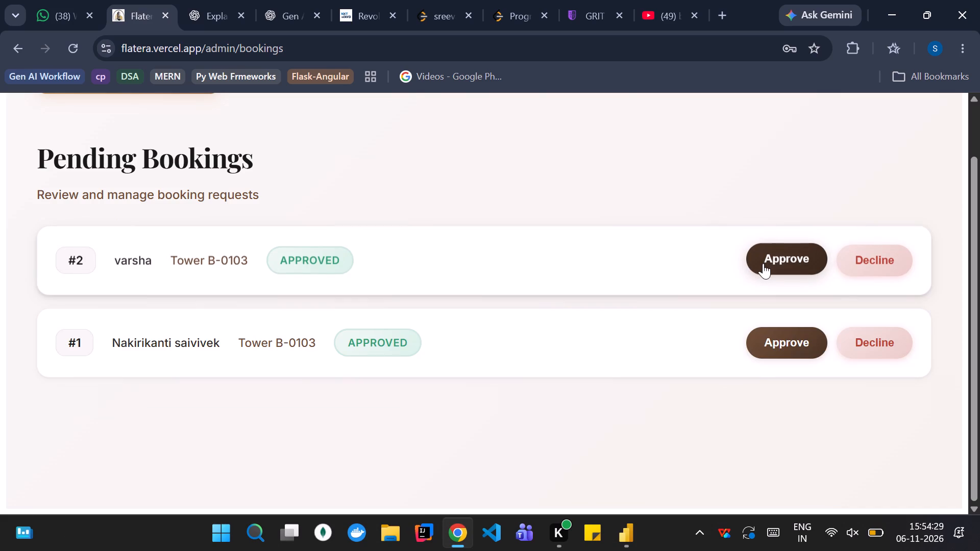
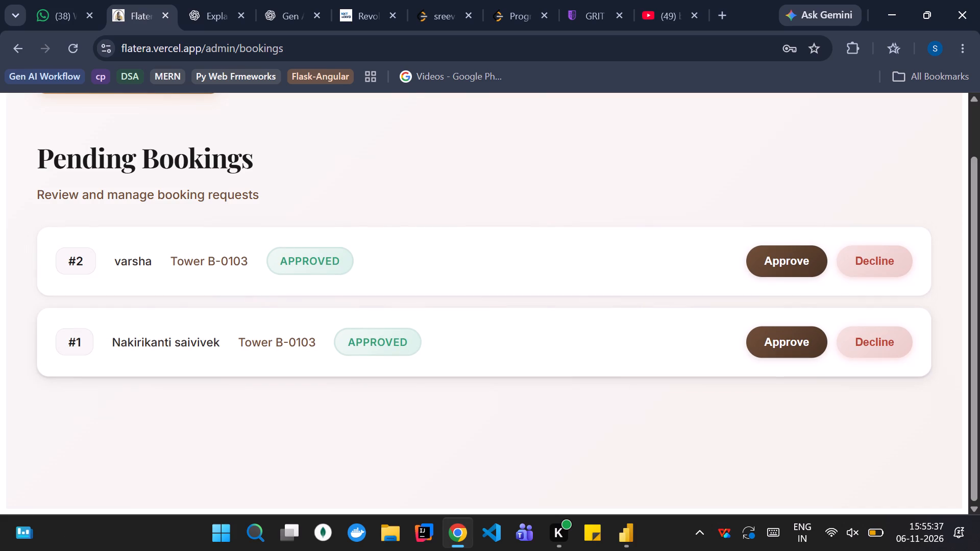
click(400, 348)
Return to the admin dashboard and look over the Flats management page and the Tenants section.
scroll(625, 398, up, 6)
click(208, 143)
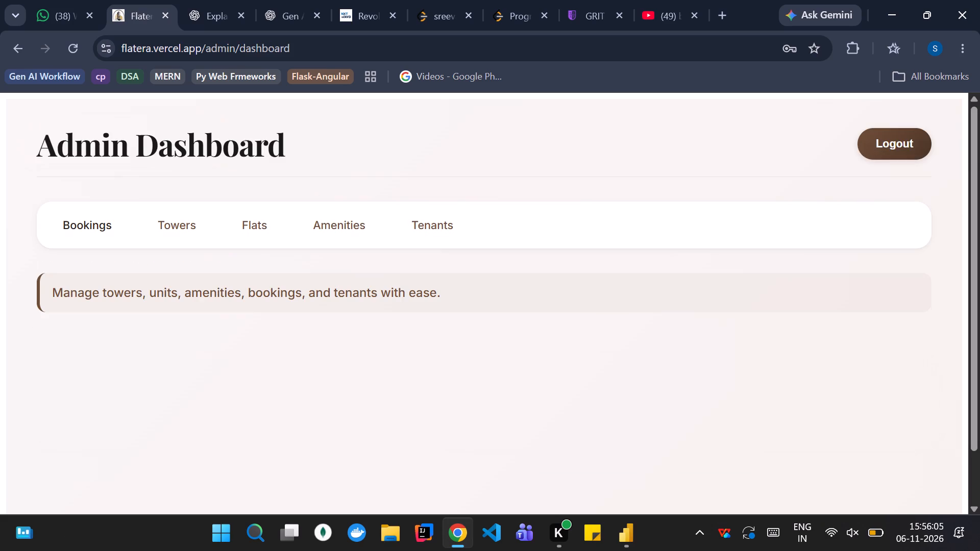
click(260, 236)
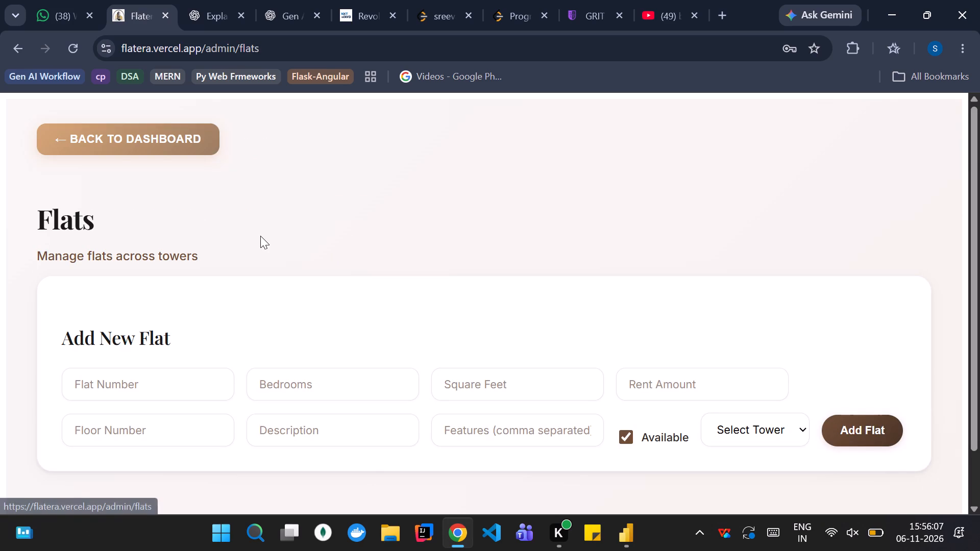
click(96, 136)
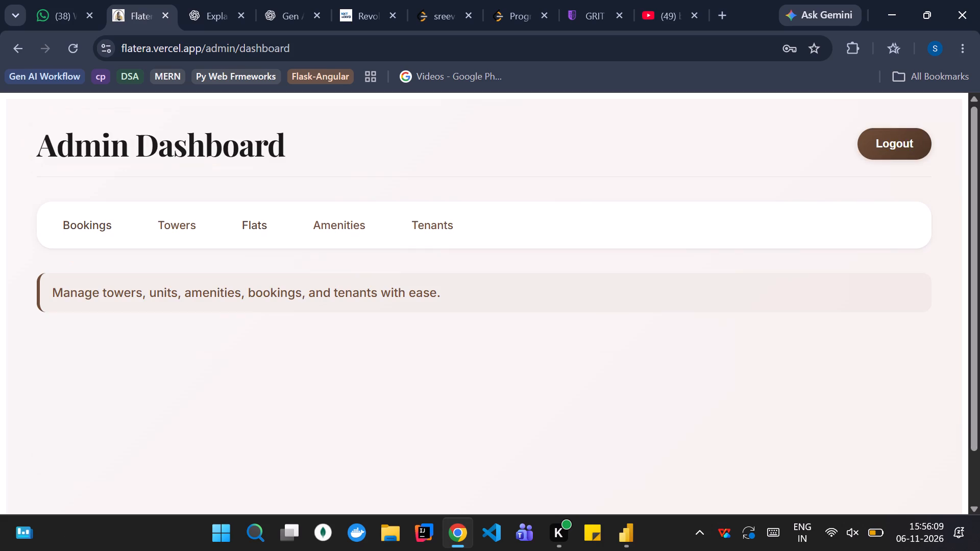
click(446, 221)
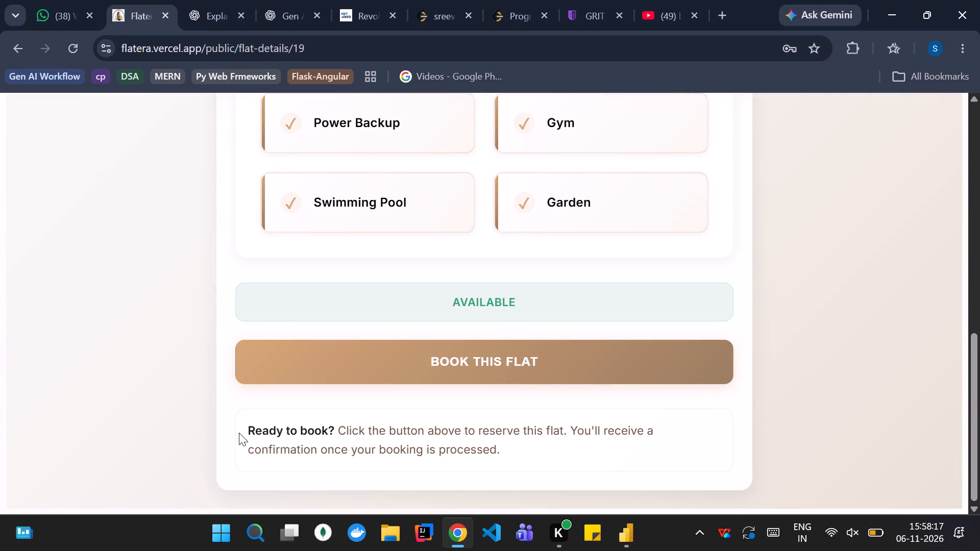
Review the details of the 4-bedroom flat on floor 1 of Tower B and submit a booking request for it.
scroll(439, 420, up, 6)
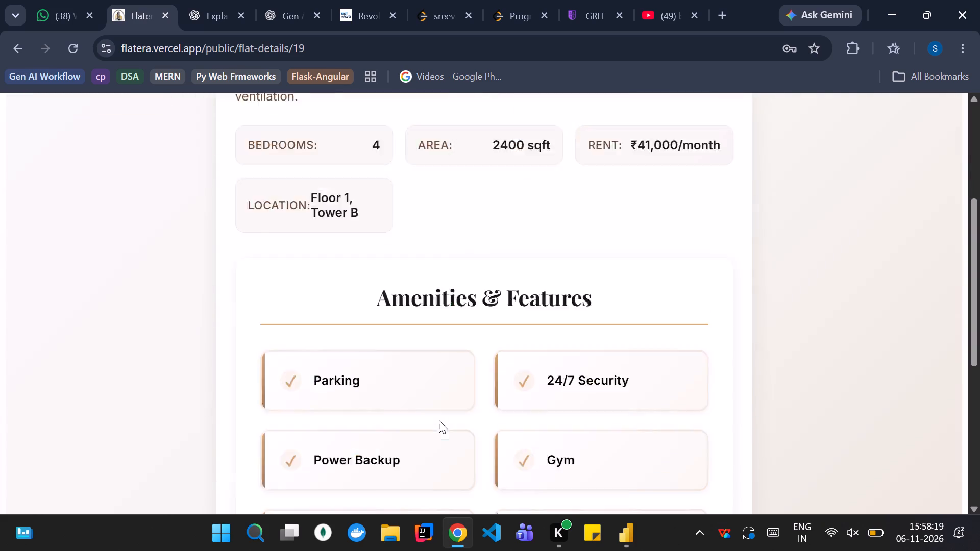
scroll(304, 379, down, 2)
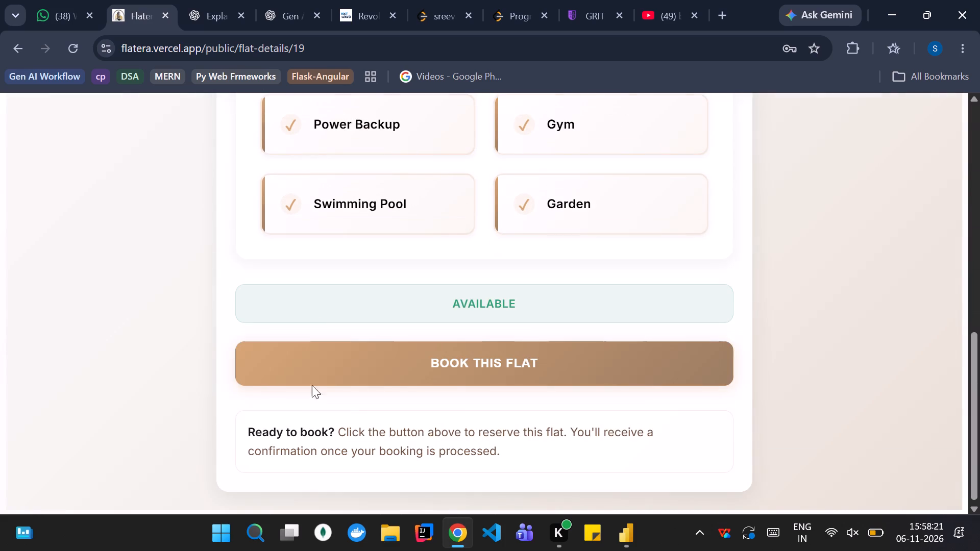
click(402, 372)
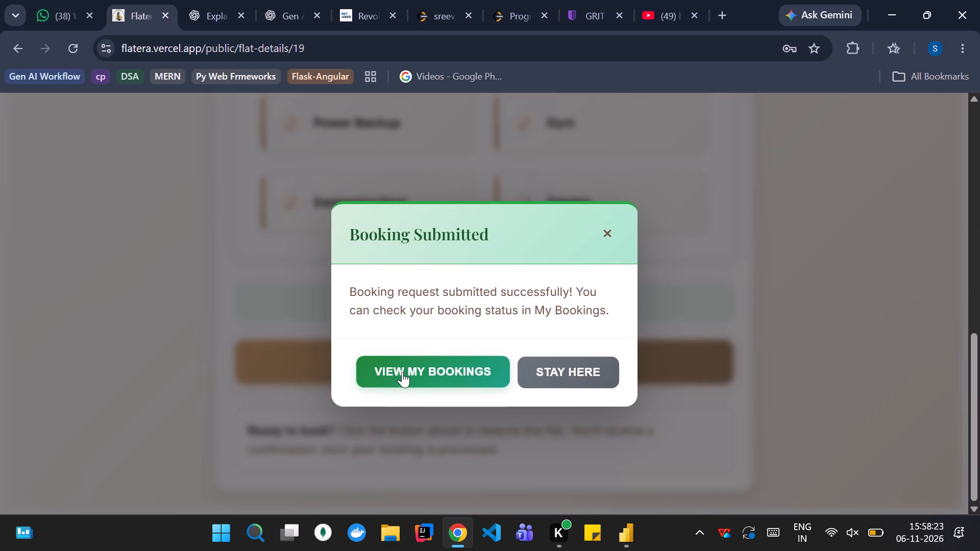
Go to My Bookings from the booking confirmation and check the status of the booking requests.
click(461, 382)
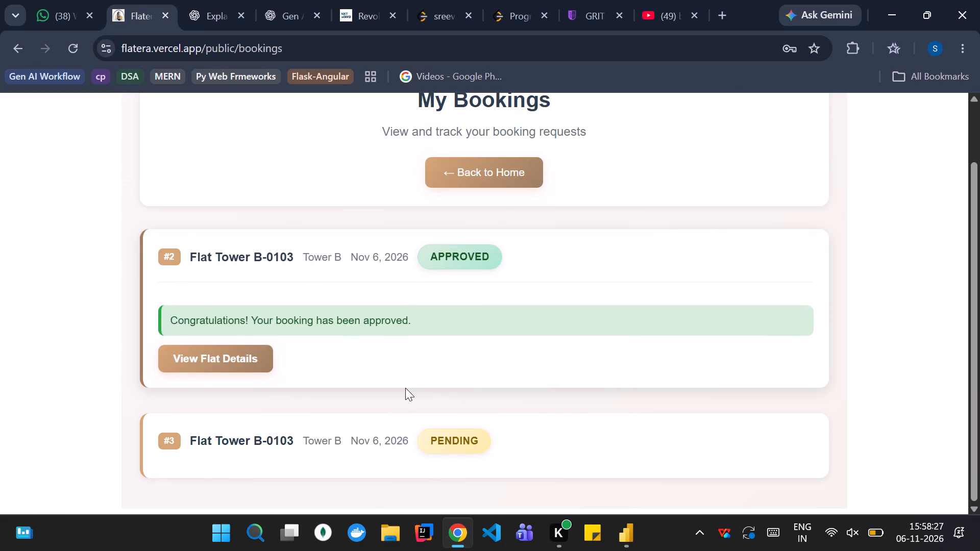
scroll(405, 388, down, 1)
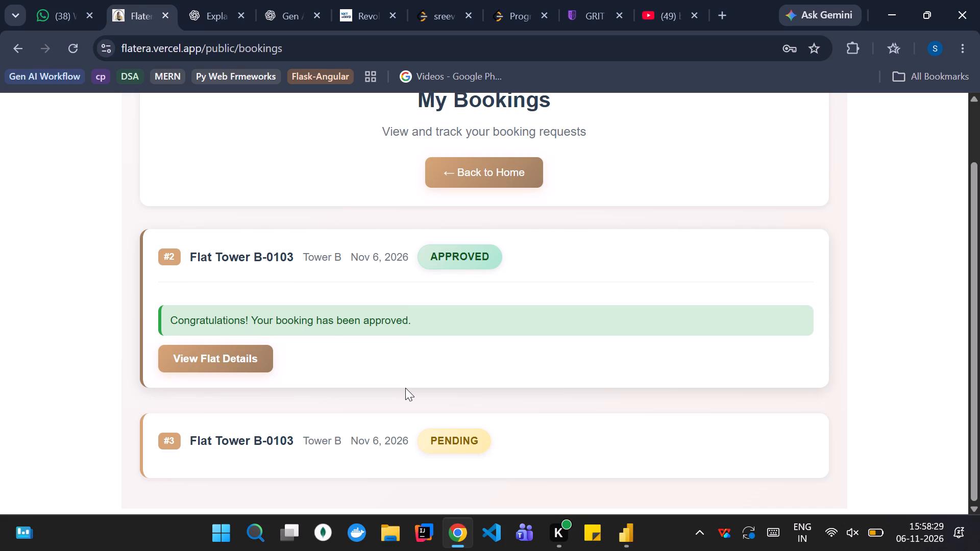
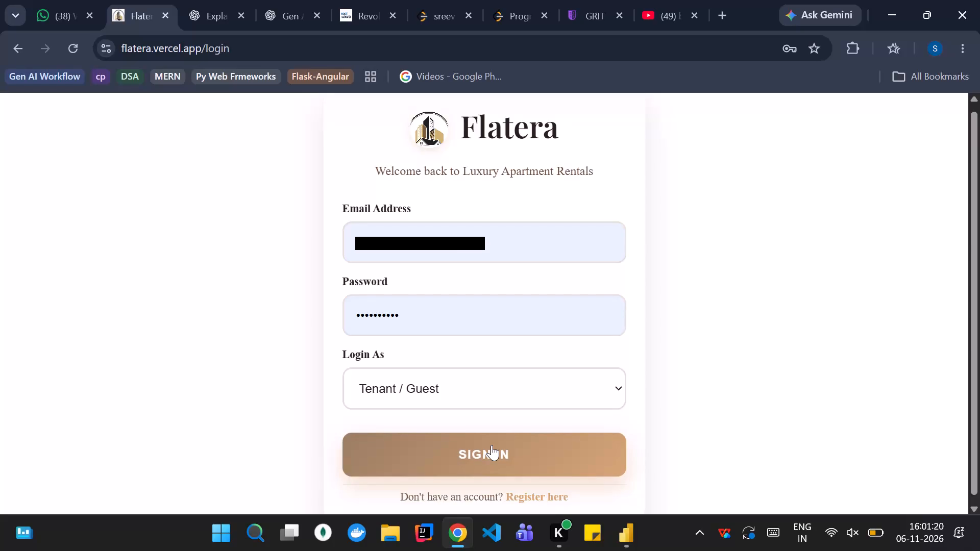
Look through the public list of available flats down to the Flat #Tower B-0103 listing at its end.
scroll(492, 445, down, 3)
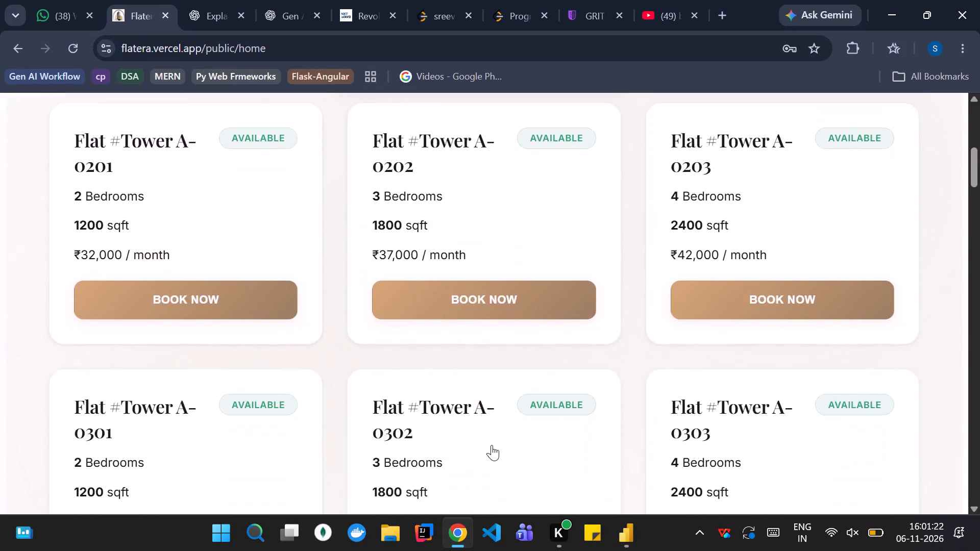
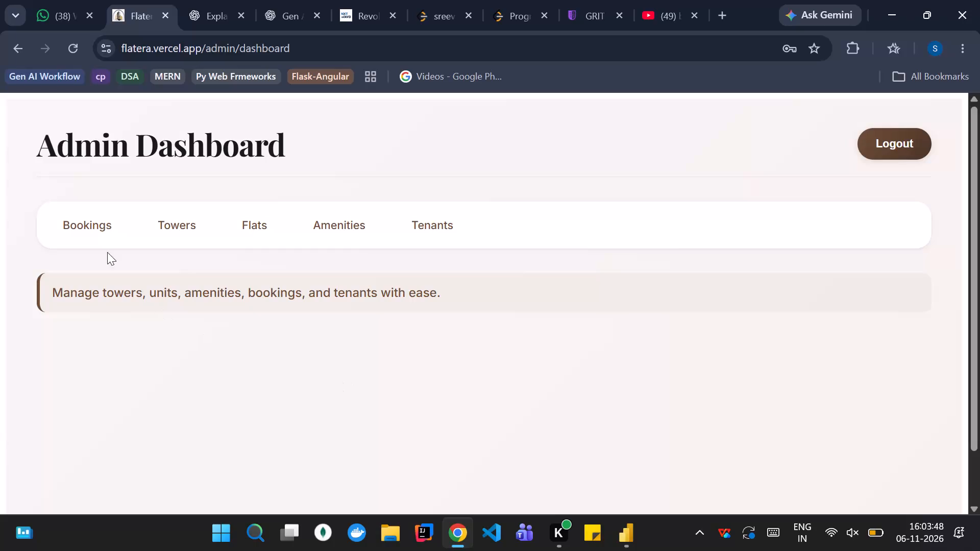
Review the booking requests in the admin Bookings section and return to the admin dashboard.
click(112, 239)
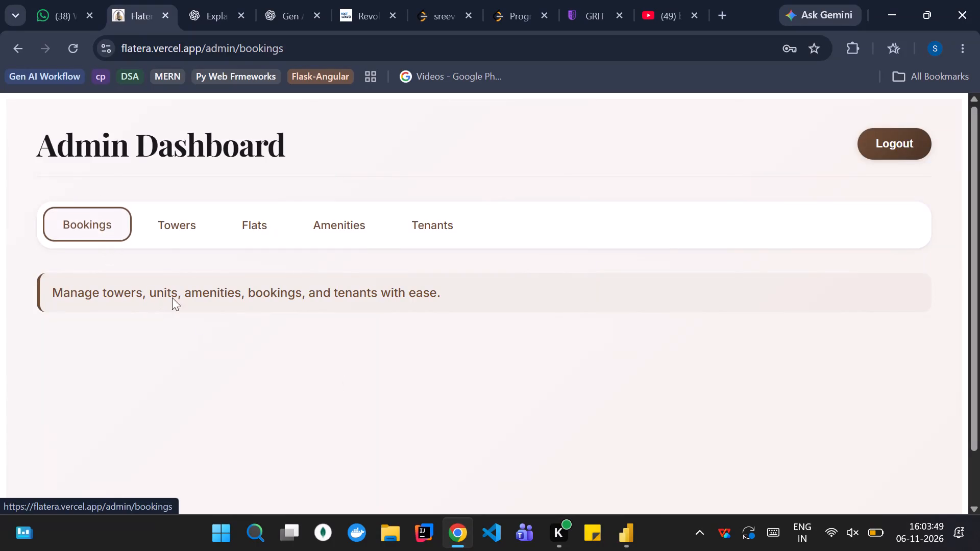
scroll(196, 320, down, 1)
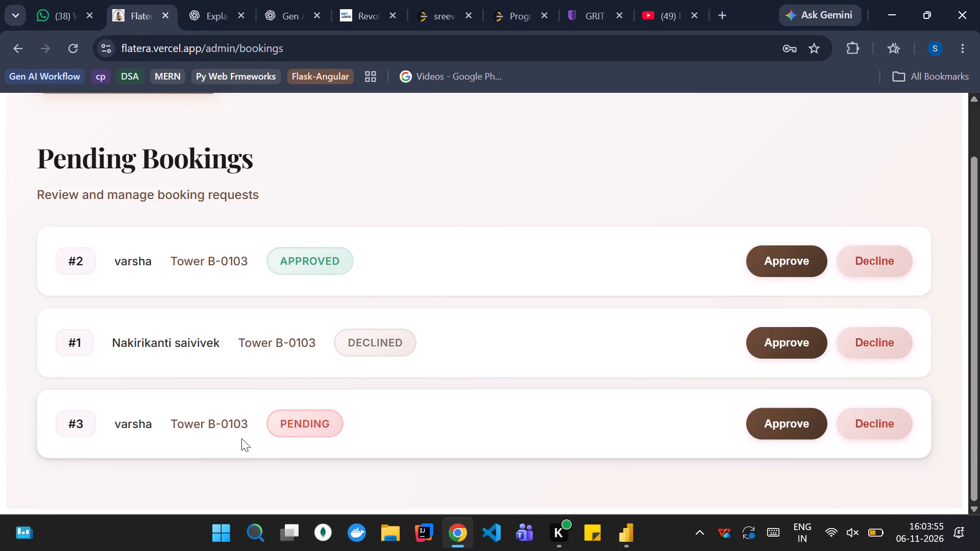
scroll(398, 227, up, 6)
click(189, 141)
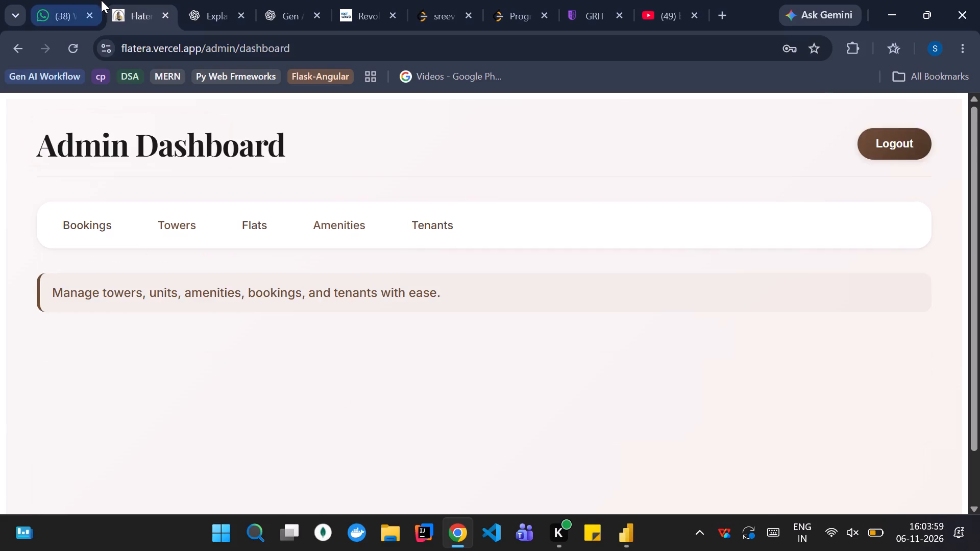